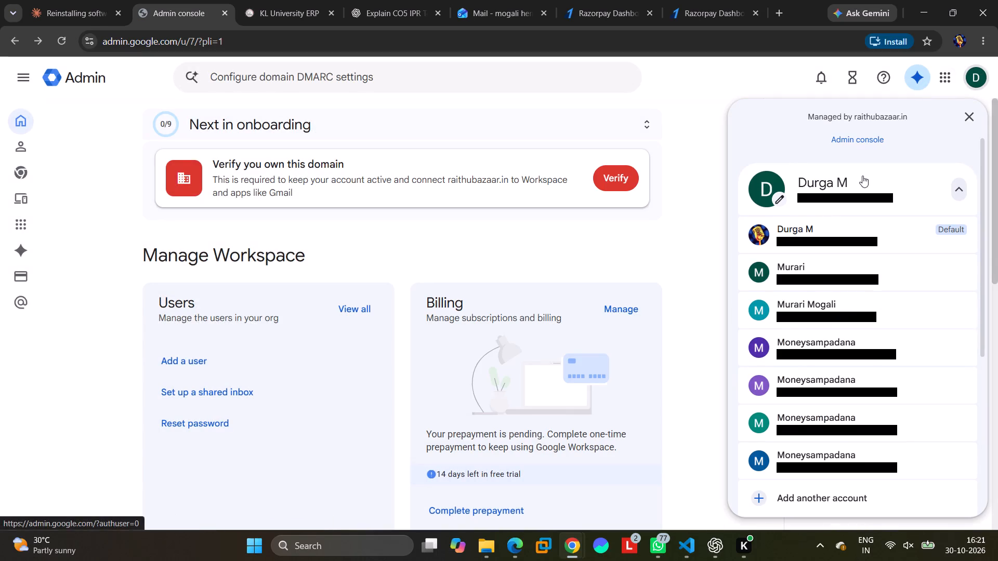
Open the raithubazaar.in Admin console in a new tab from the account switcher.
scroll(860, 177, "down", 3)
left_click(846, 418)
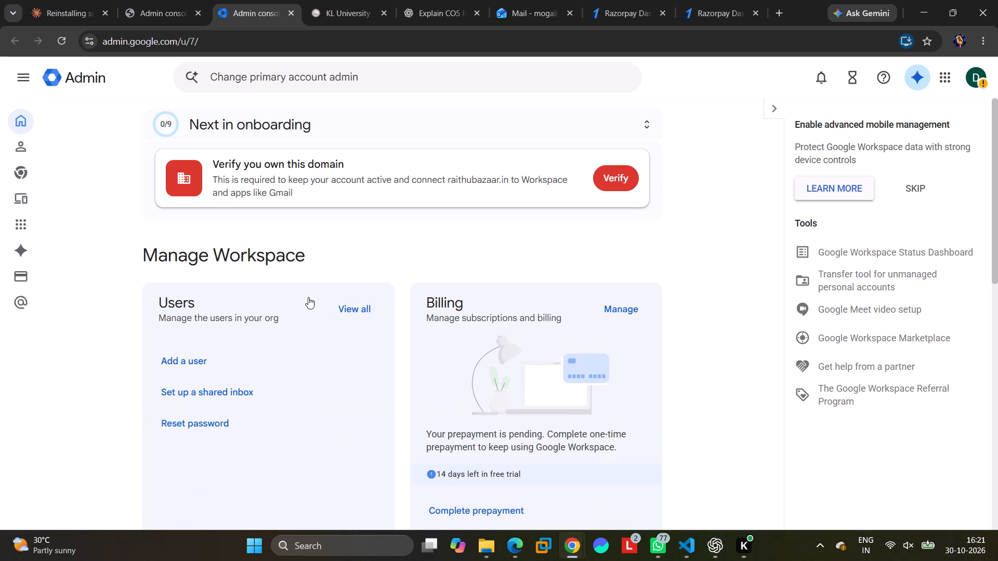
Open the Account settings page of the raithubazaar.in Admin console.
scroll(308, 297, "down", 2)
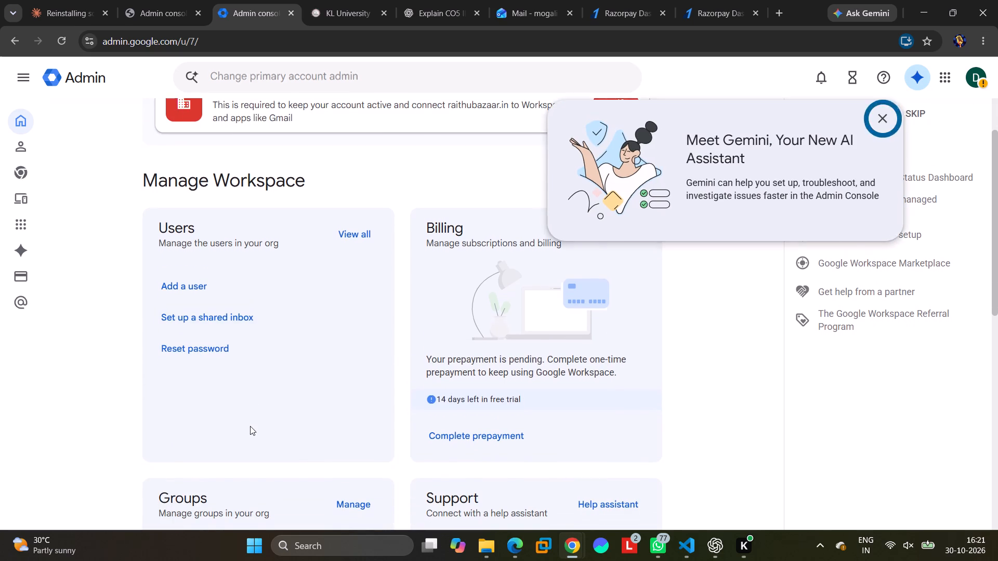
scroll(250, 426, "down", 4)
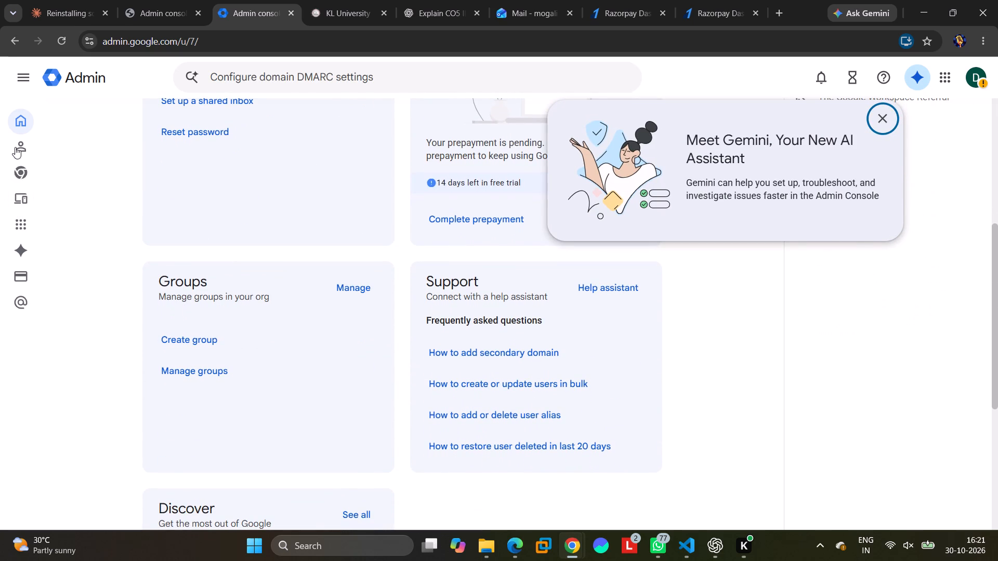
left_click(25, 72)
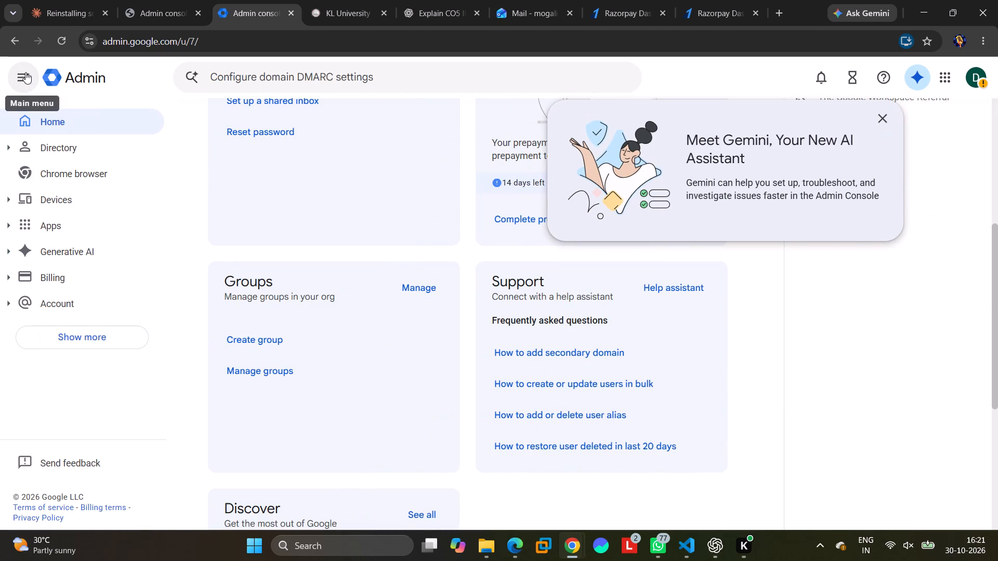
left_click(74, 300)
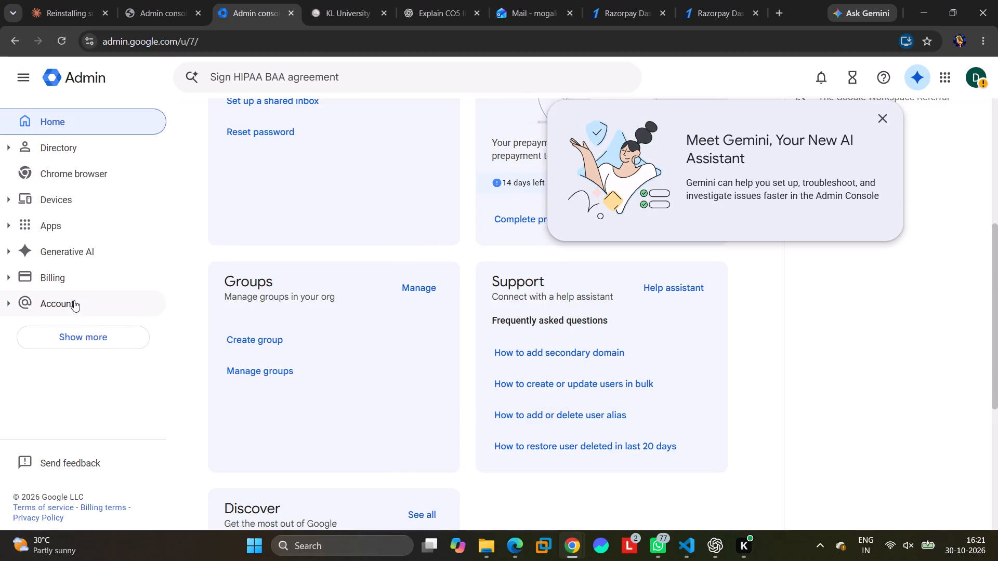
left_click(74, 325)
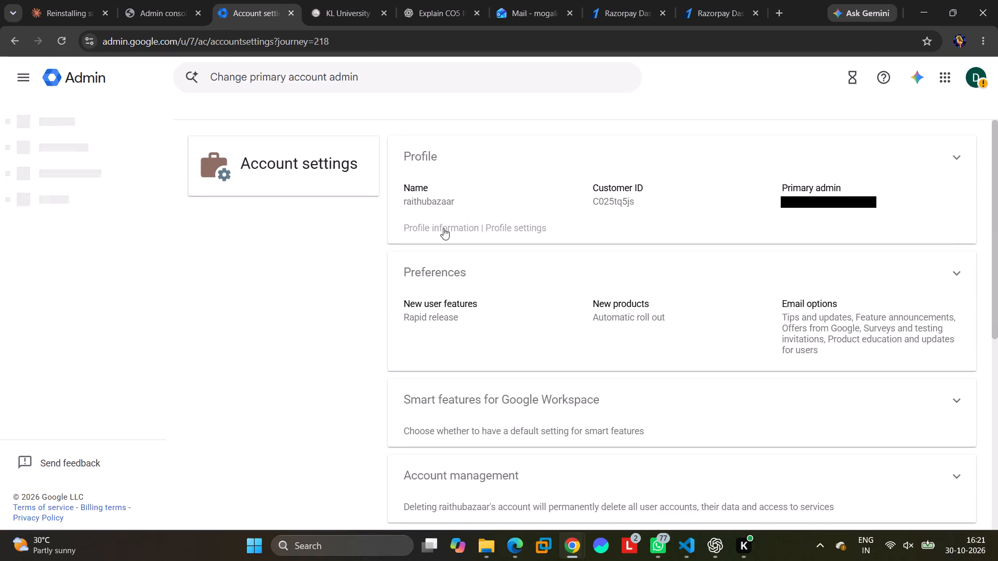
Look through the account settings sections, from Profile and Preferences down to Legal and compliance and Custom URLs.
scroll(443, 228, "down", 3)
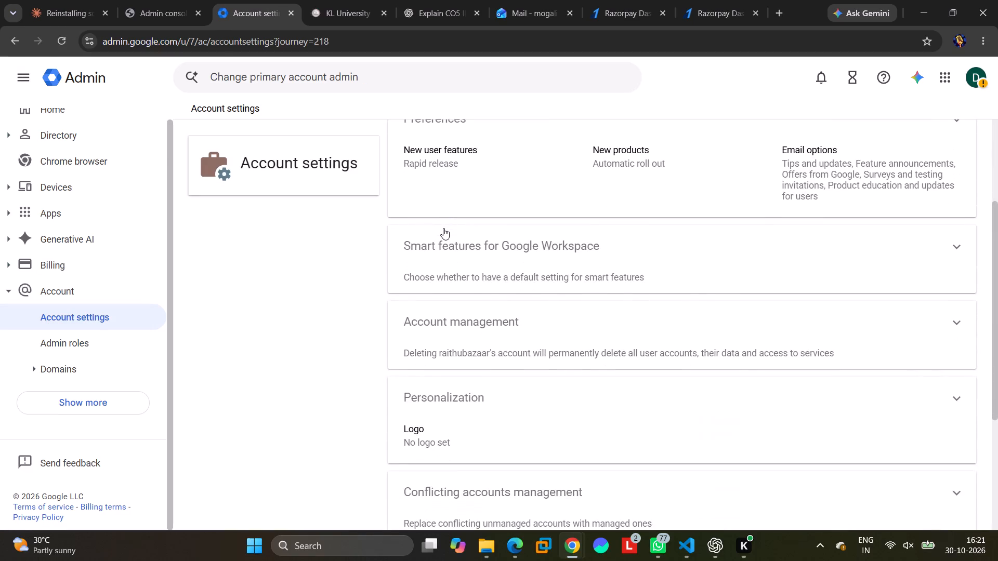
scroll(443, 228, "down", 7)
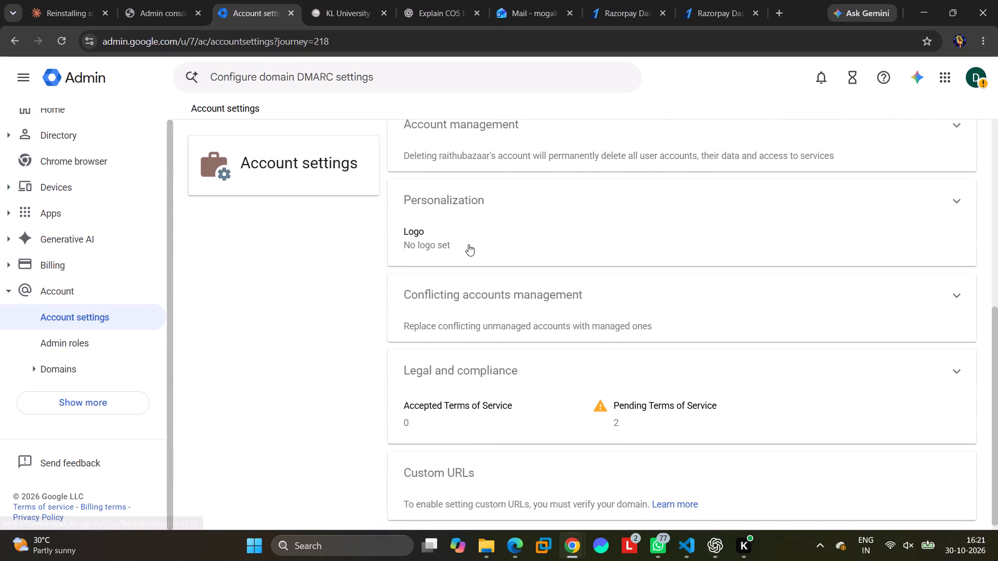
scroll(468, 244, "up", 5)
left_click(299, 176)
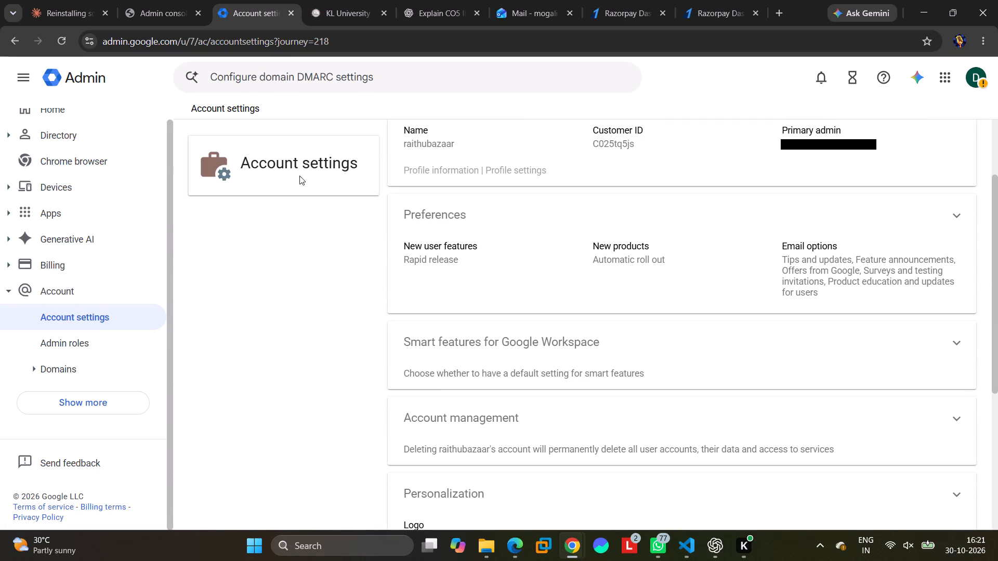
scroll(81, 160, "up", 2)
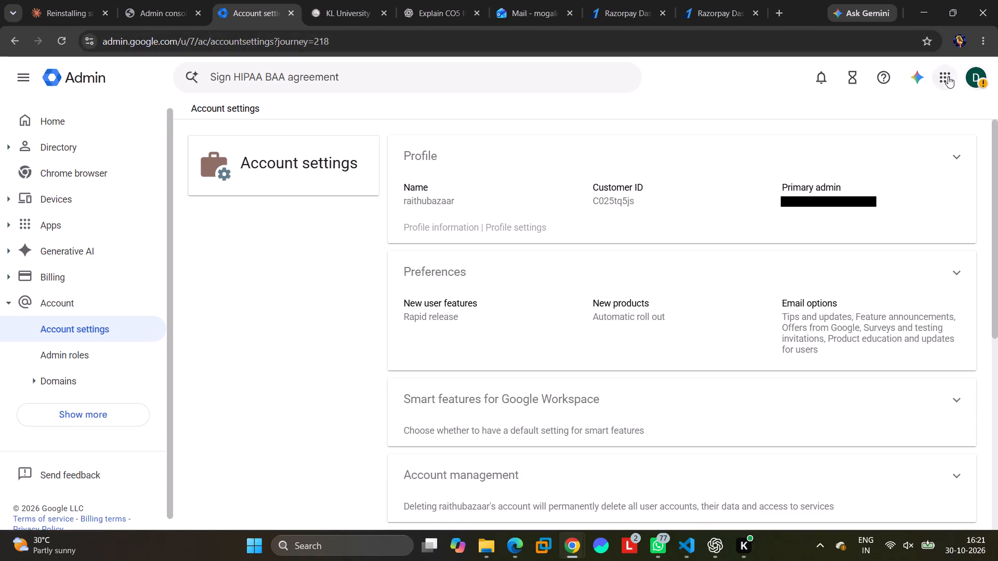
Dismiss the recovery phone suggestion for the signed-in admin account.
left_click(982, 77)
scroll(804, 267, "down", 4)
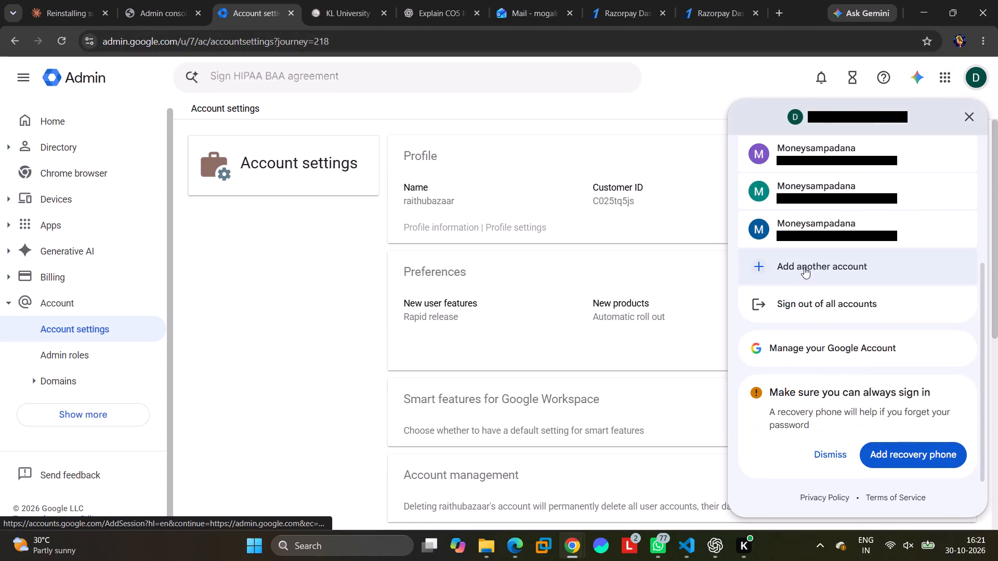
left_click(831, 451)
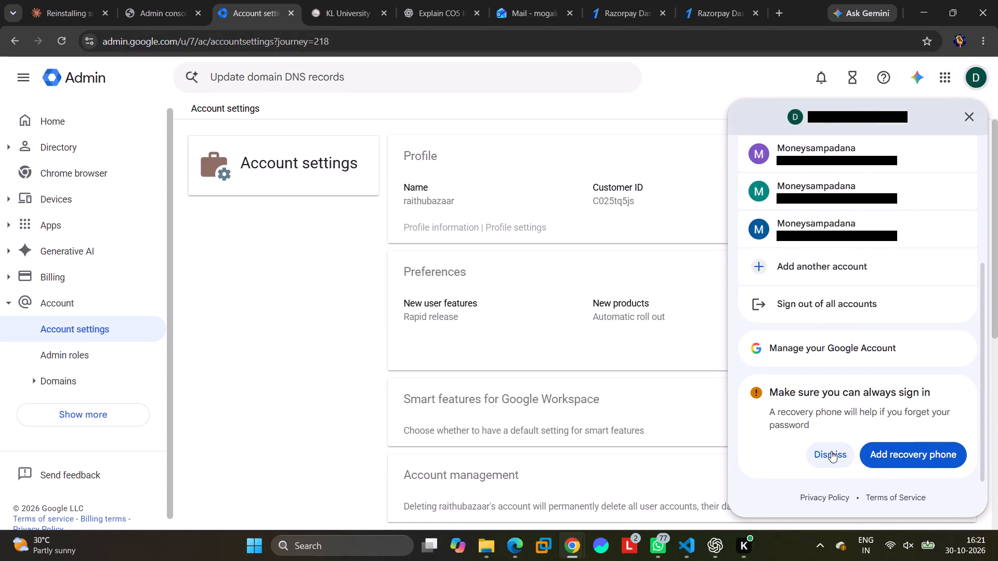
left_click(829, 458)
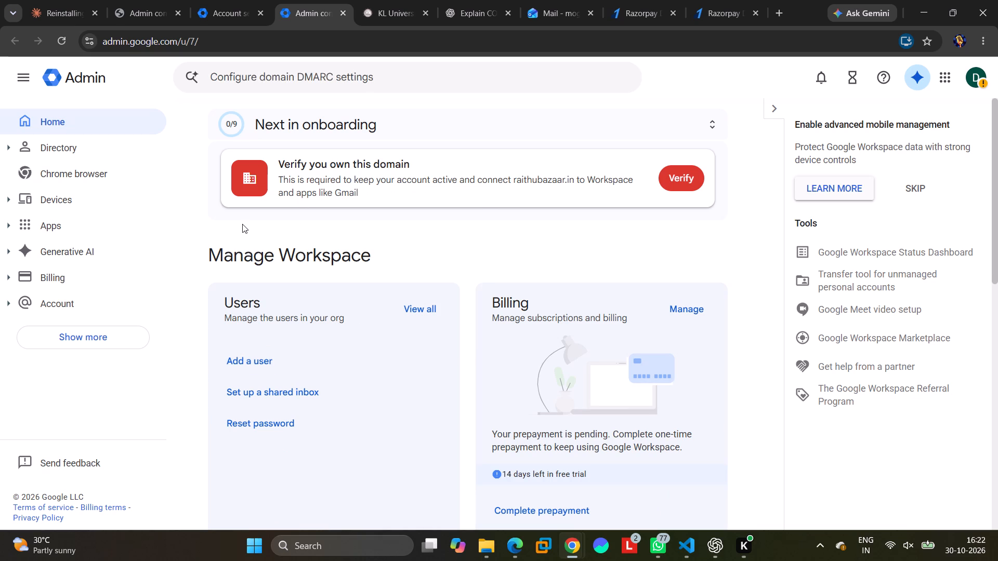
Look through the Admin console home page and search the console for "security".
scroll(392, 359, "down", 2)
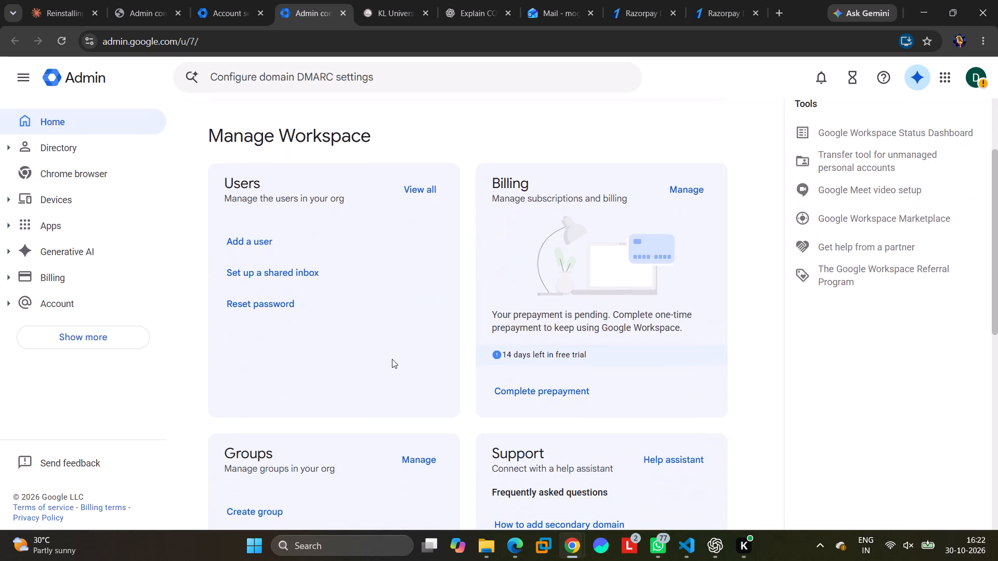
scroll(392, 359, "down", 10)
scroll(392, 359, "up", 5)
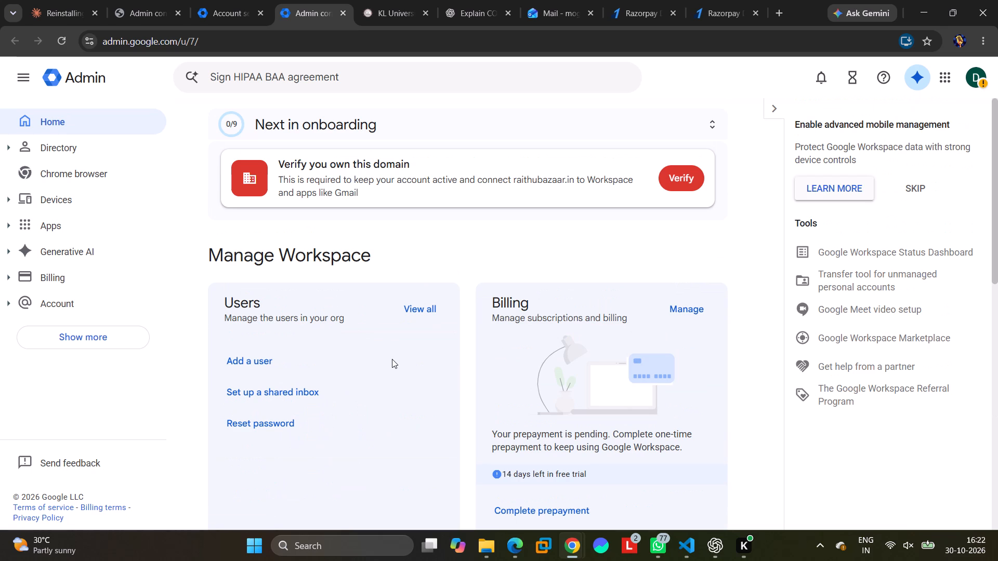
left_click(375, 88)
type("secu")
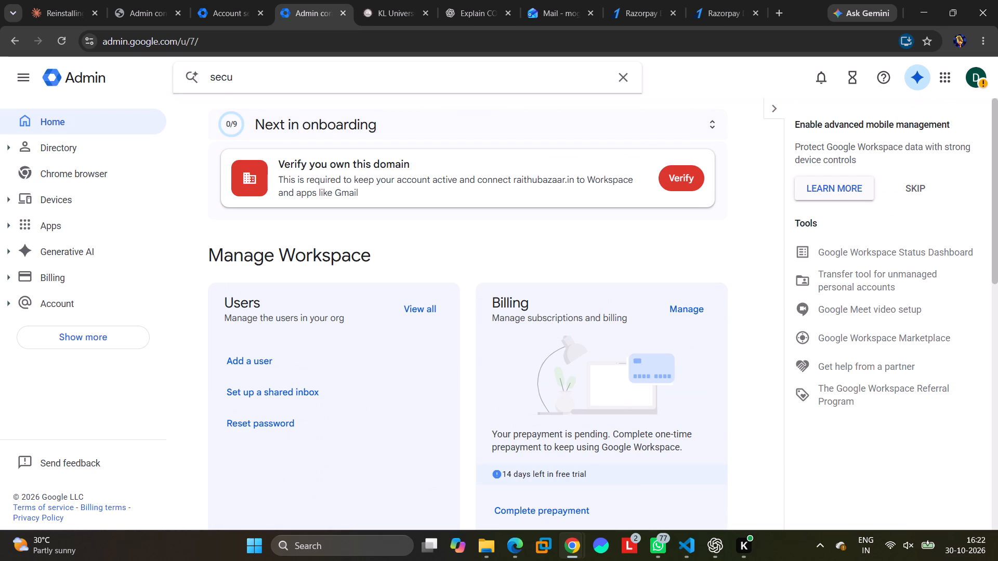
type("rity")
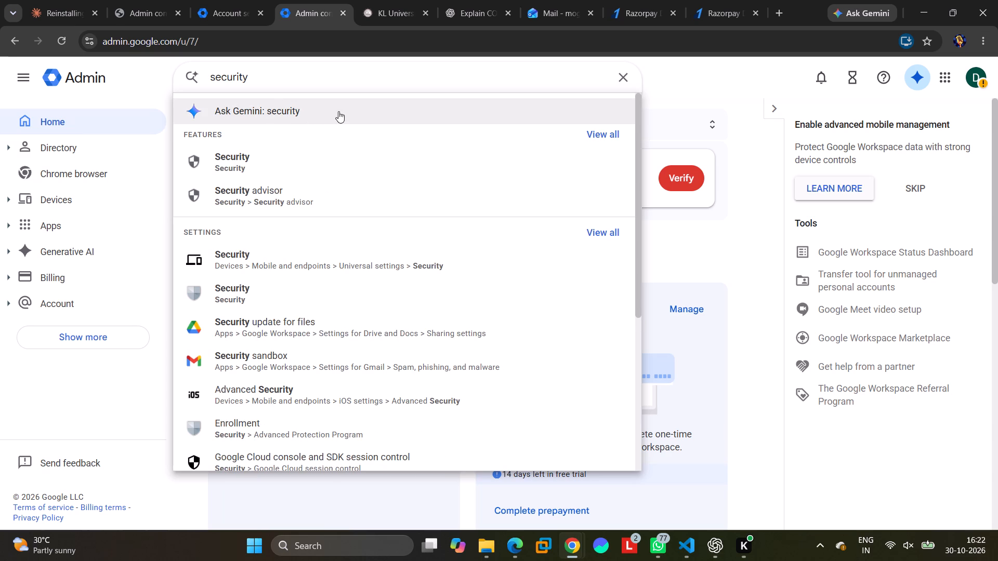
Replace the Admin console search term with "2 step" to look up the matching settings.
key("BackSpace")
key("BackSpace")
key("BackSpace")
key("BackSpace")
key("BackSpace")
key("BackSpace")
key("BackSpace")
key("BackSpace")
key("BackSpace")
key("BackSpace")
key("BackSpace")
key("BackSpace")
key("BackSpace")
key("BackSpace")
key("BackSpace")
type("2 step")
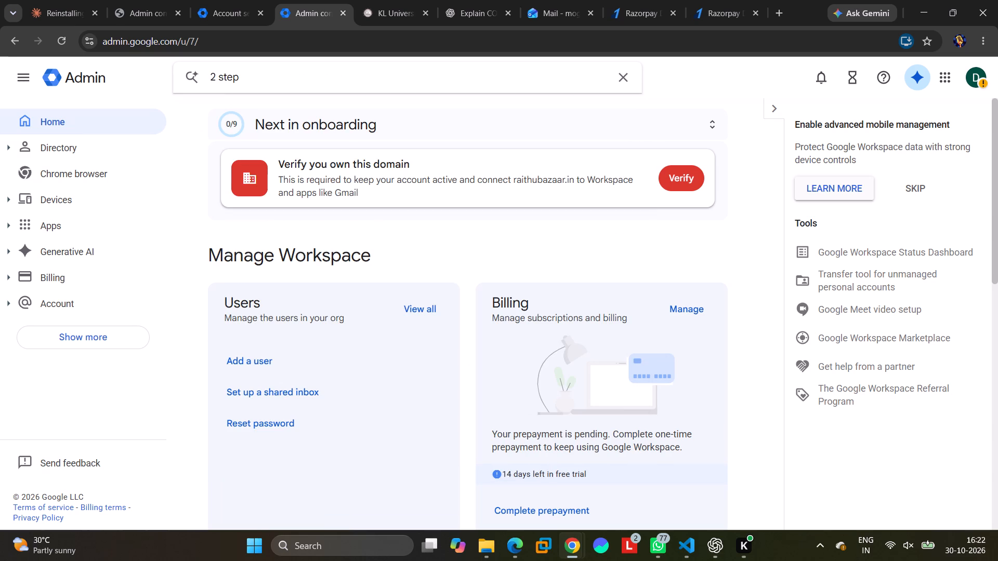
key("space")
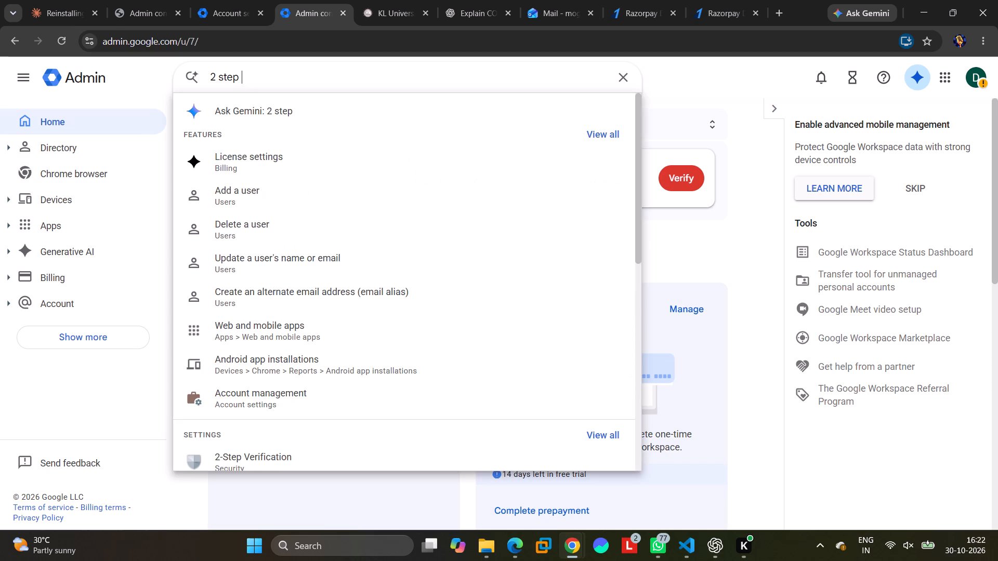
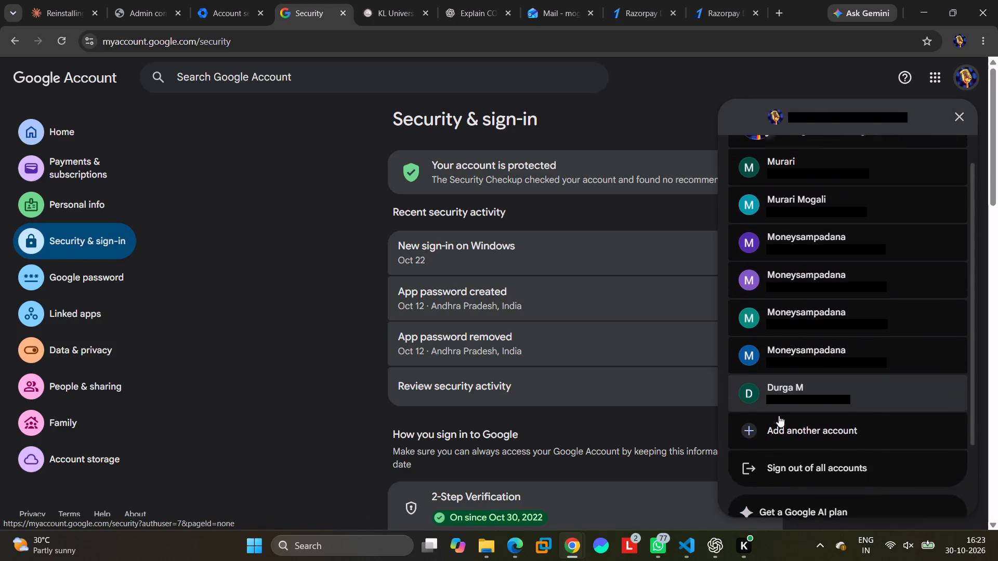
Find the last account in the Google Account switcher list and bring up its link options.
scroll(779, 416, "down", 1)
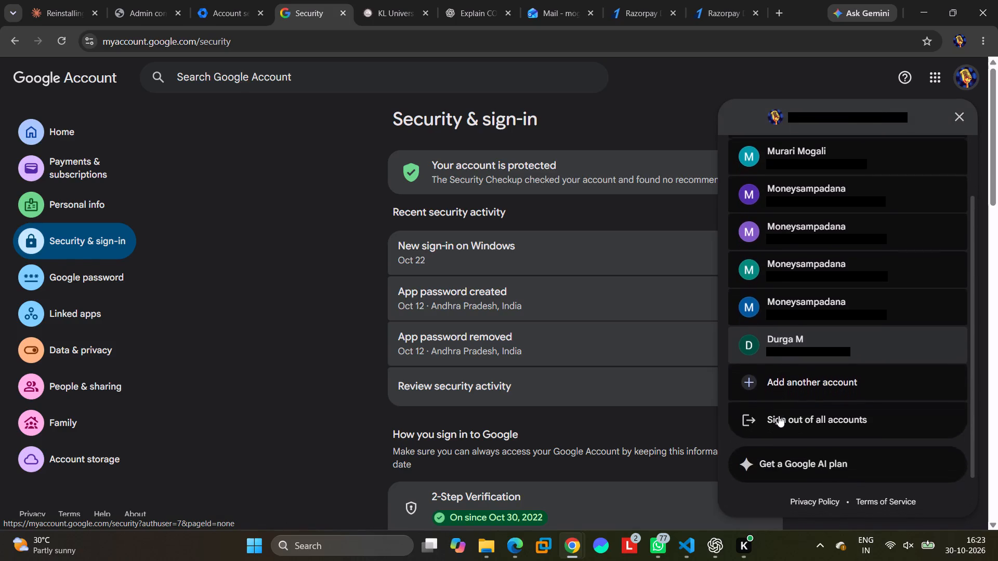
scroll(779, 416, "down", 3)
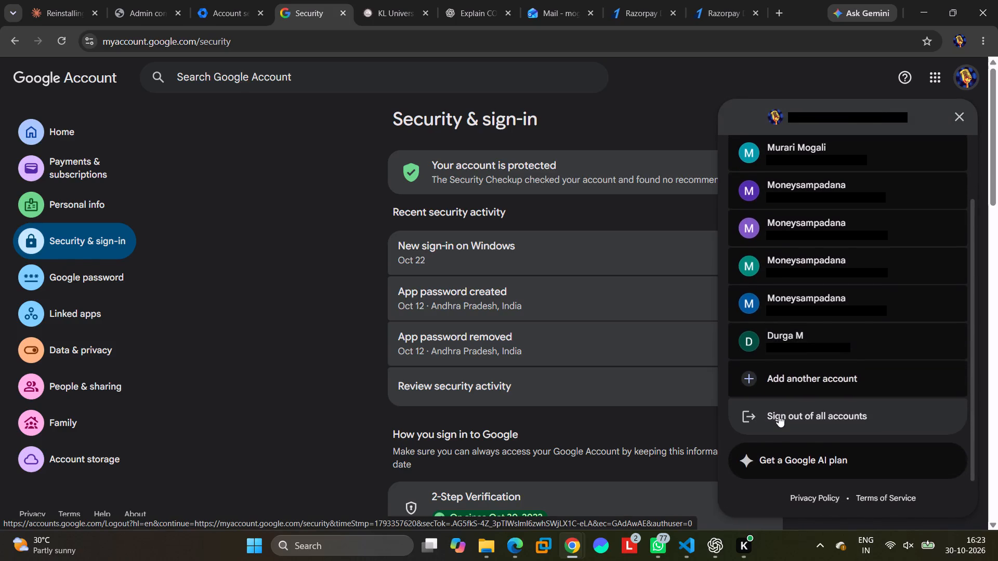
right_click(830, 342)
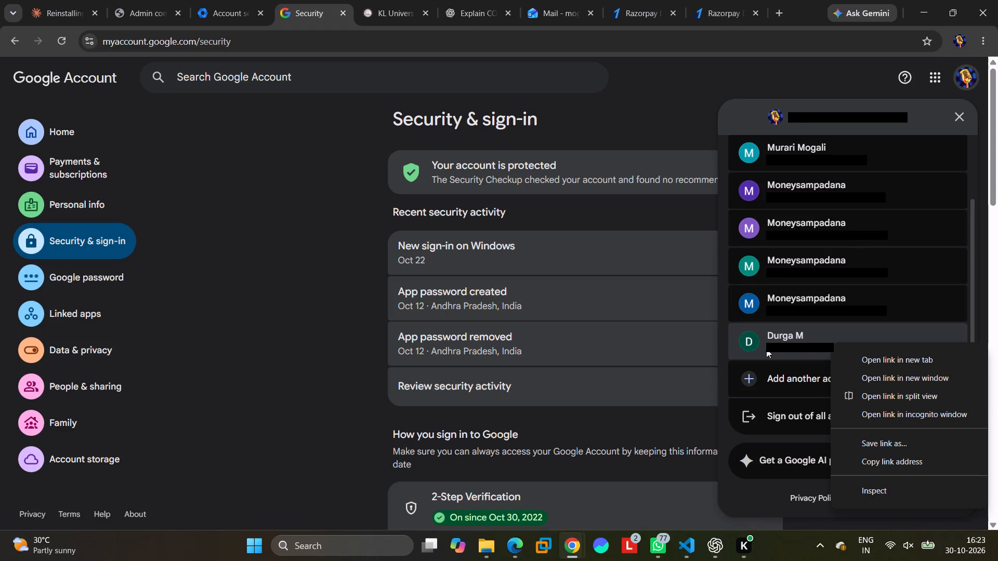
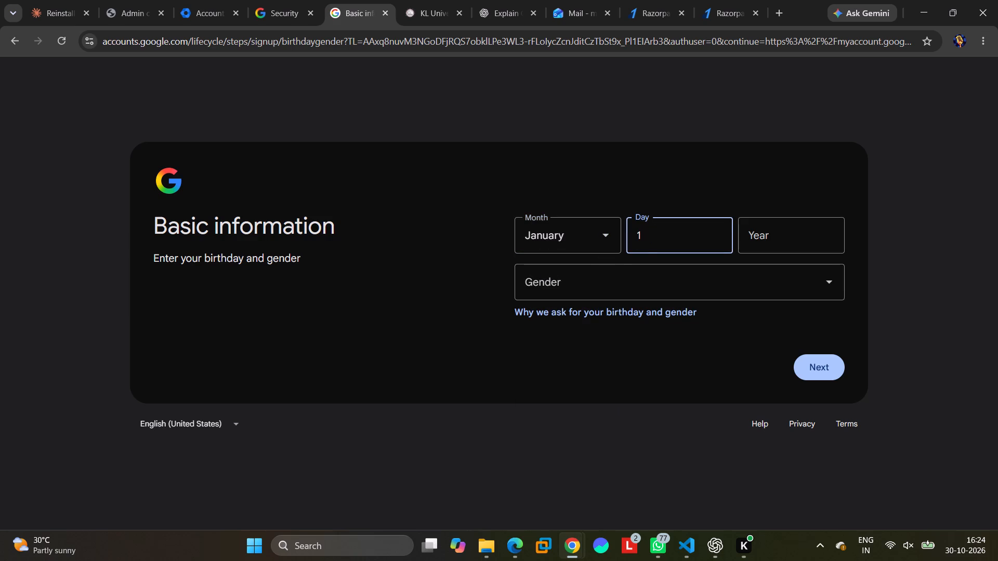
Complete the basic information for the new Google account with the birth year and the gender option "Rather not say".
left_click(770, 237)
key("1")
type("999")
left_click(744, 284)
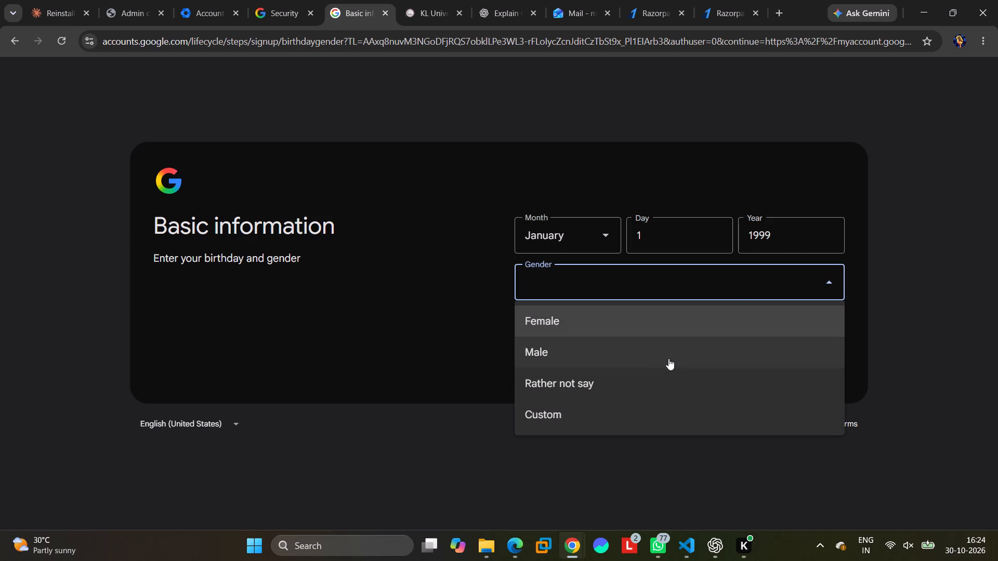
left_click(665, 418)
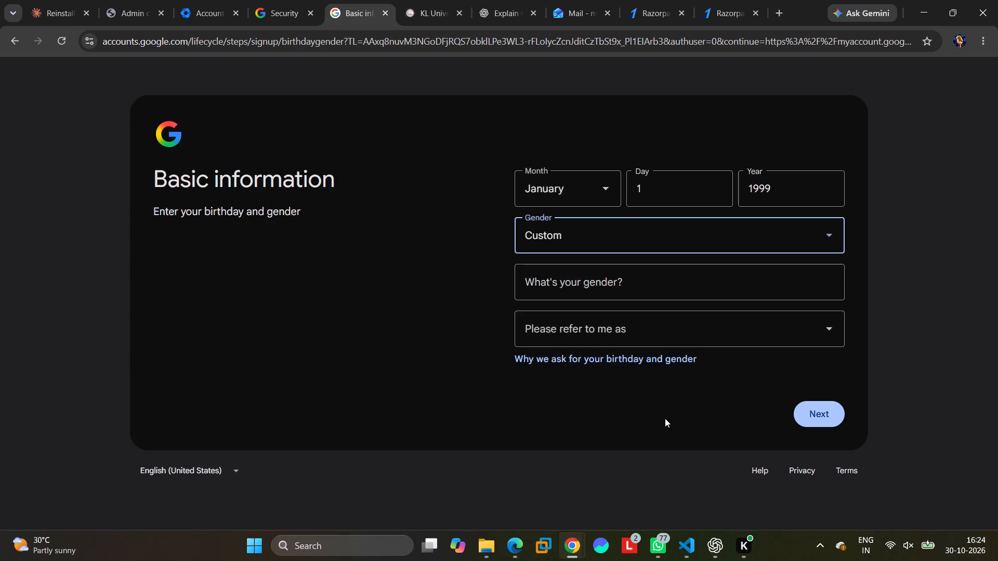
left_click(675, 239)
left_click(631, 342)
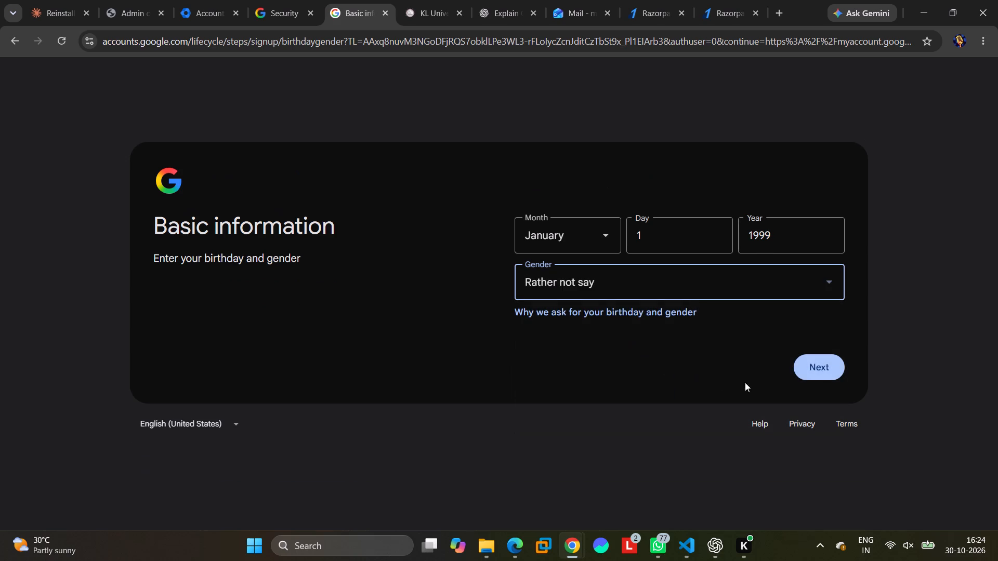
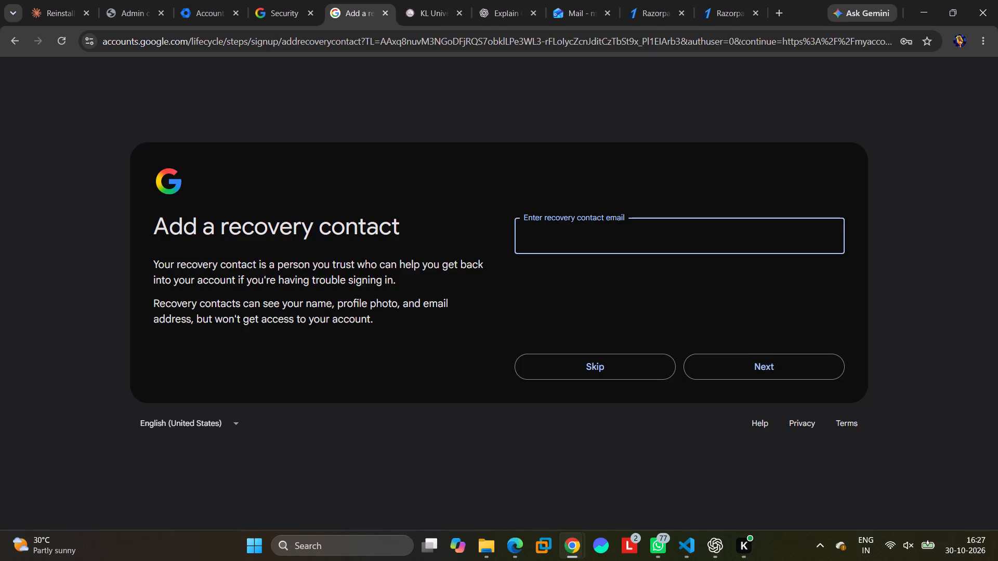
Fill in the recovery contact email with the second saved address suggested for entries beginning with "mo".
type("money")
key("BackSpace")
key("BackSpace")
key("BackSpace")
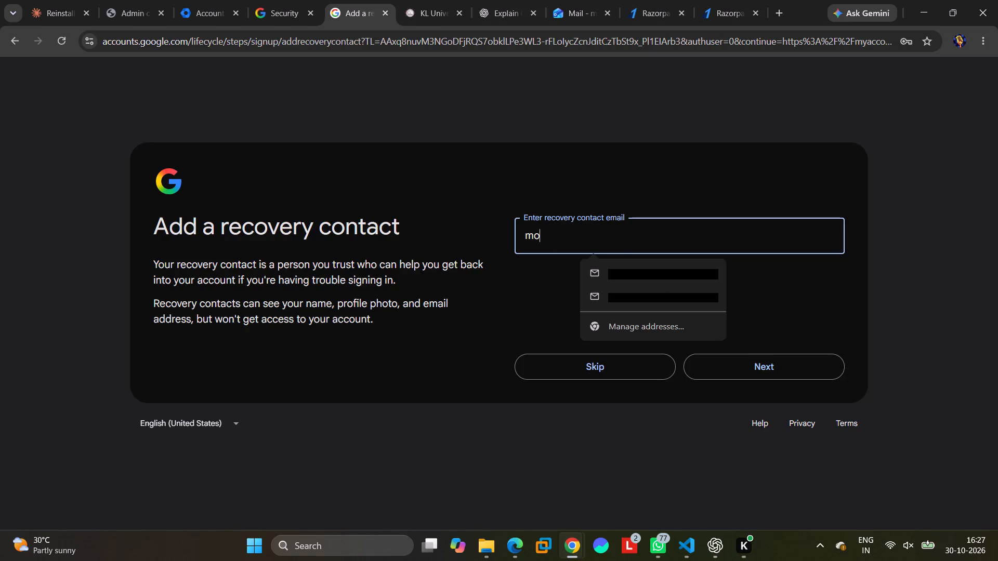
left_click(639, 293)
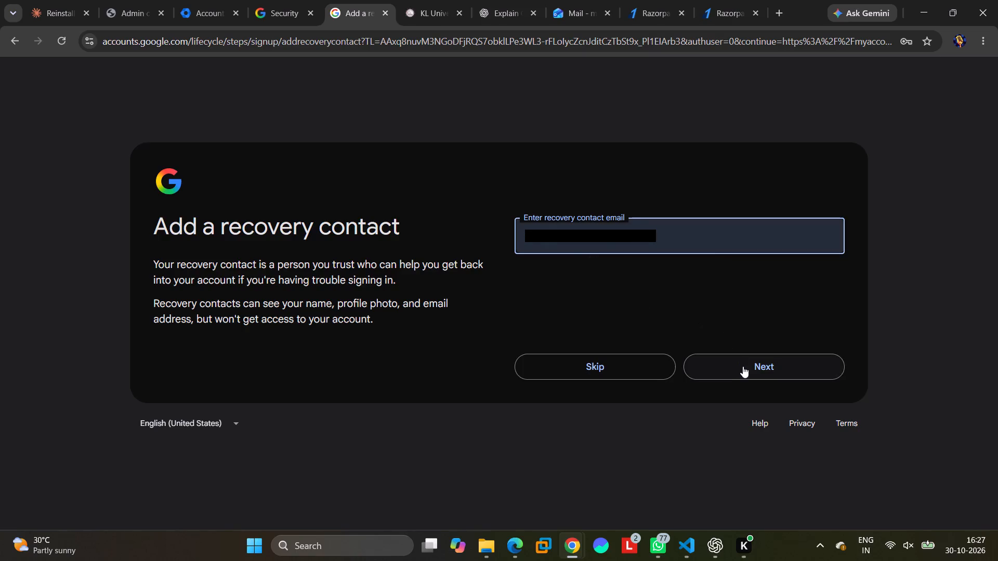